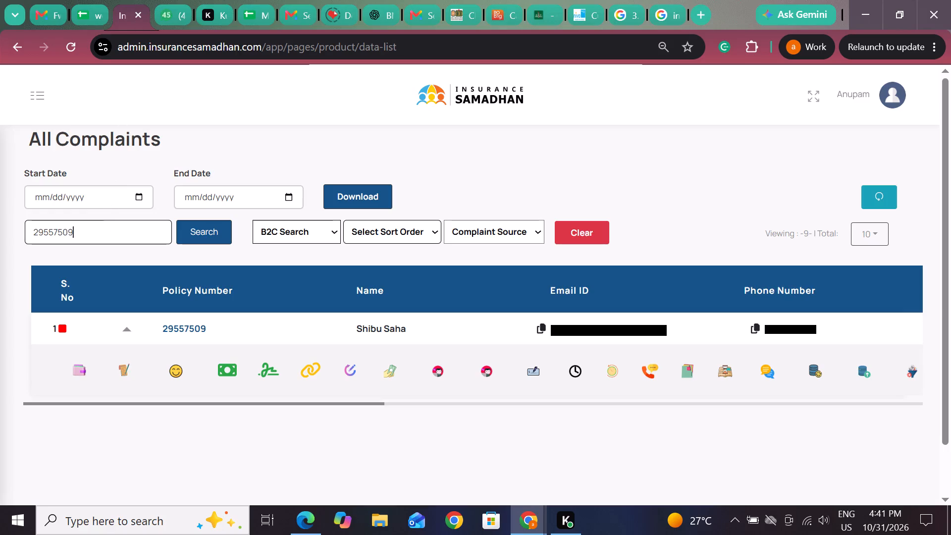
{"action": "key", "text": "ctrl+v"}
{"action": "left_click", "coordinate": [200, 230]}
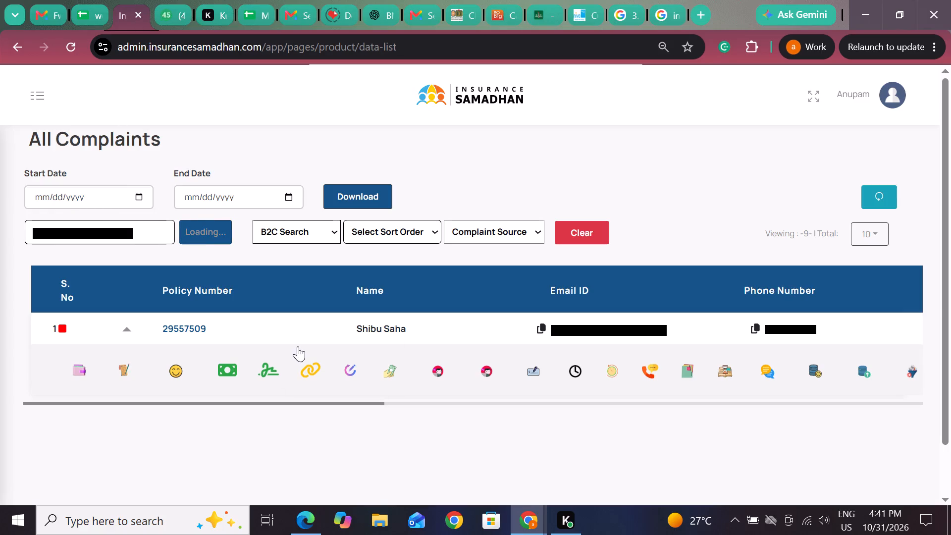
Copy the complainant's phone number from the matching record in the All Complaints list.
{"action": "scroll", "coordinate": [321, 321], "scroll_direction": "left", "scroll_amount": 2}
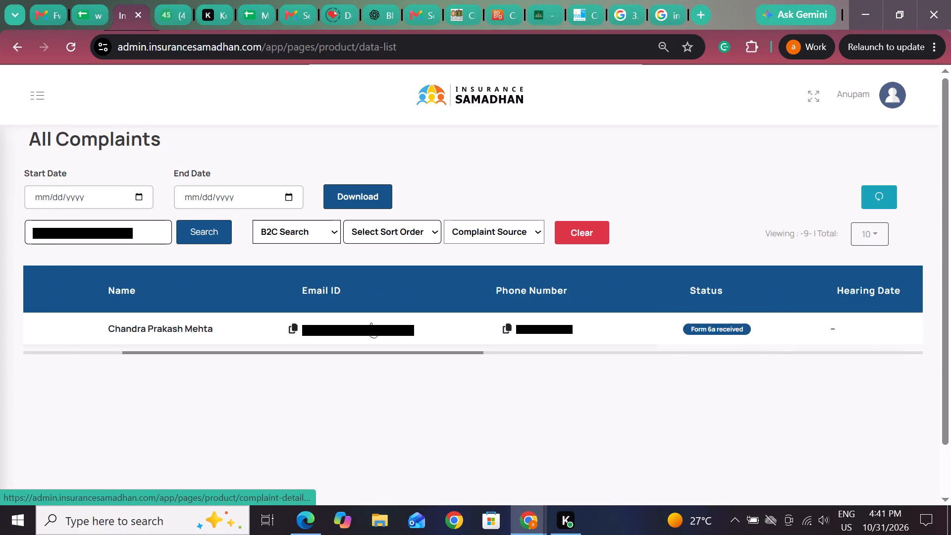
{"action": "scroll", "coordinate": [432, 322], "scroll_direction": "left", "scroll_amount": 1}
{"action": "left_click", "coordinate": [502, 330]}
{"action": "left_click", "coordinate": [508, 329]}
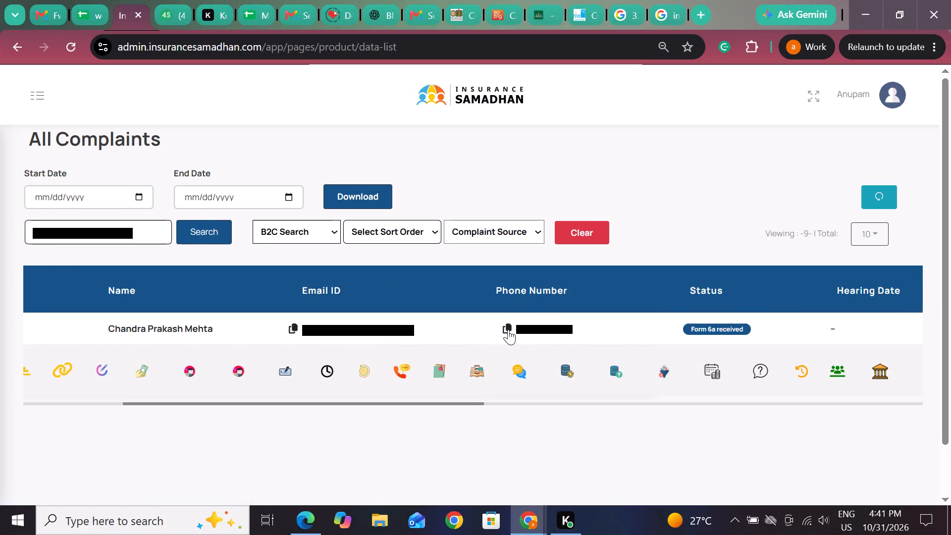
Switch to the Smartflo call records page and select the existing number in the dialer's To field.
{"action": "left_click", "coordinate": [499, 11]}
{"action": "double_click", "coordinate": [442, 168], "text": "ctrl"}
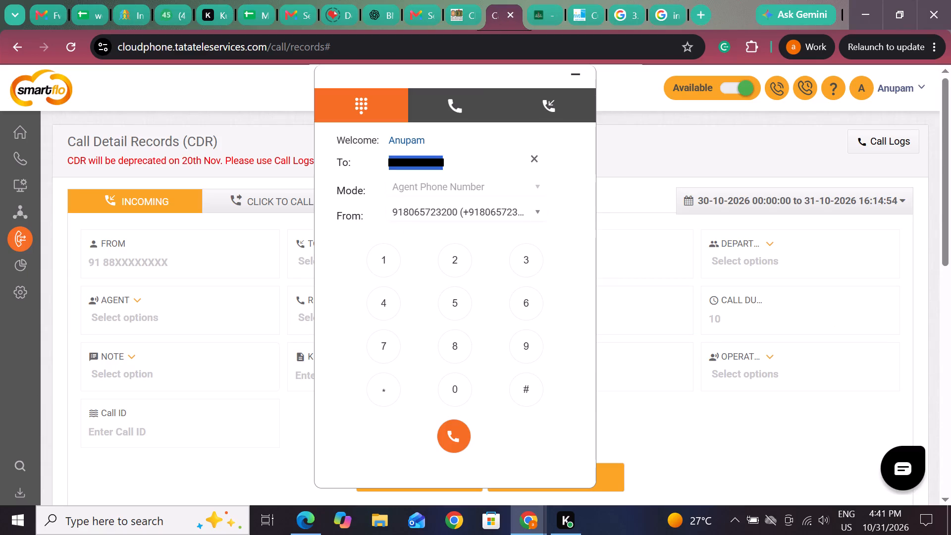
Enter the complainant's copied phone number in the Smartflo dialer and place the call.
{"action": "key", "text": "ctrl+v"}
{"action": "left_click", "coordinate": [453, 438]}
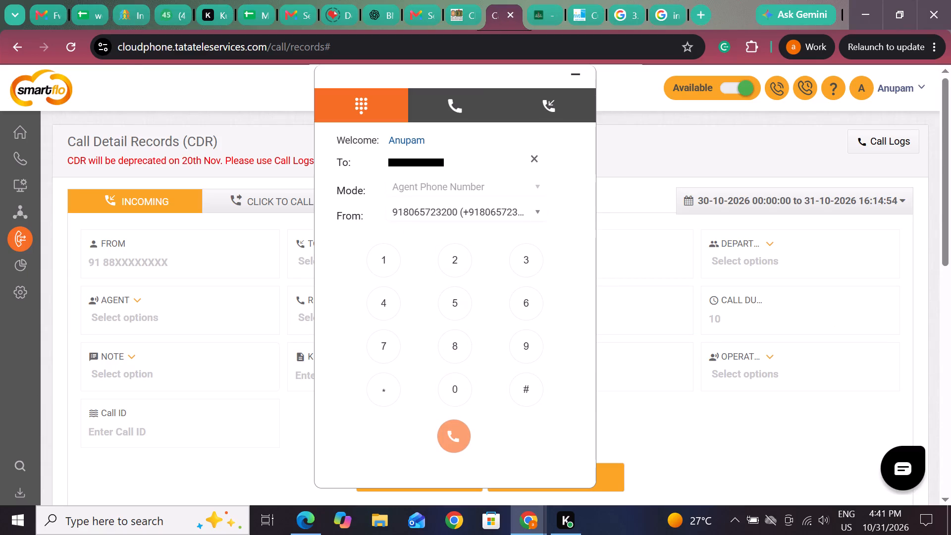
Switch to the Insurance Samadhan complaints list to view the Care Health Insurance Ltd complaint.
{"action": "left_click", "coordinate": [119, 24]}
{"action": "scroll", "coordinate": [188, 324], "scroll_direction": "up", "scroll_amount": 1}
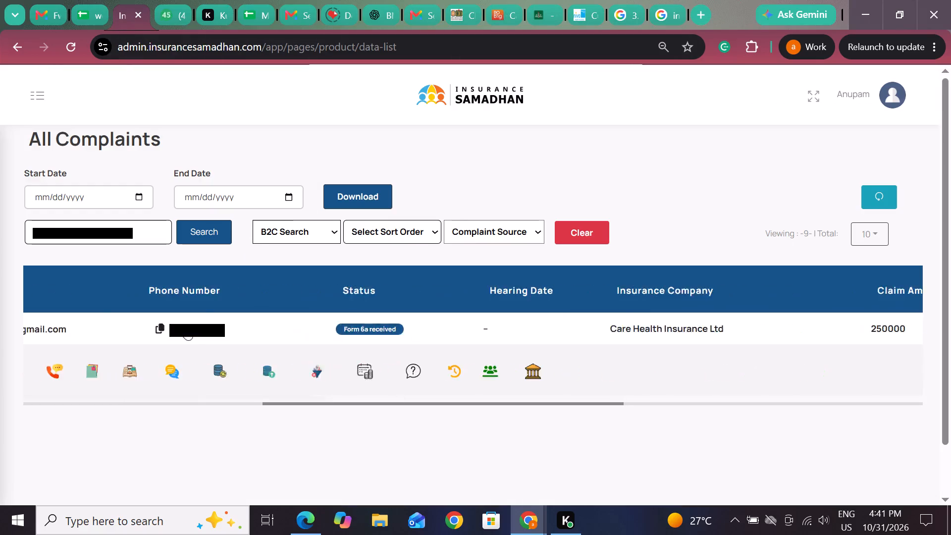
Check the Care Health Insurance Ltd complaint's row against the forwarded email in Gmail.
{"action": "scroll", "coordinate": [186, 325], "scroll_direction": "up", "scroll_amount": 1}
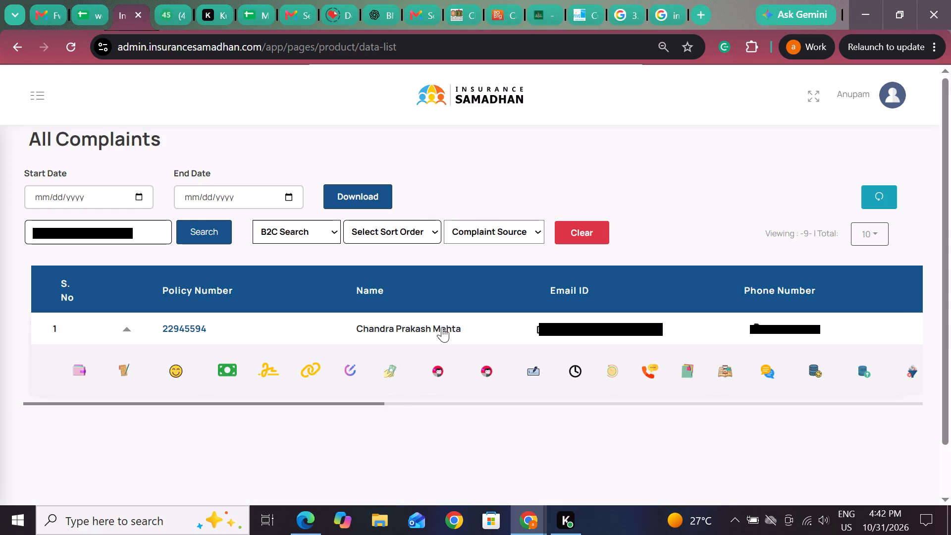
{"action": "scroll", "coordinate": [442, 327], "scroll_direction": "left", "scroll_amount": 4}
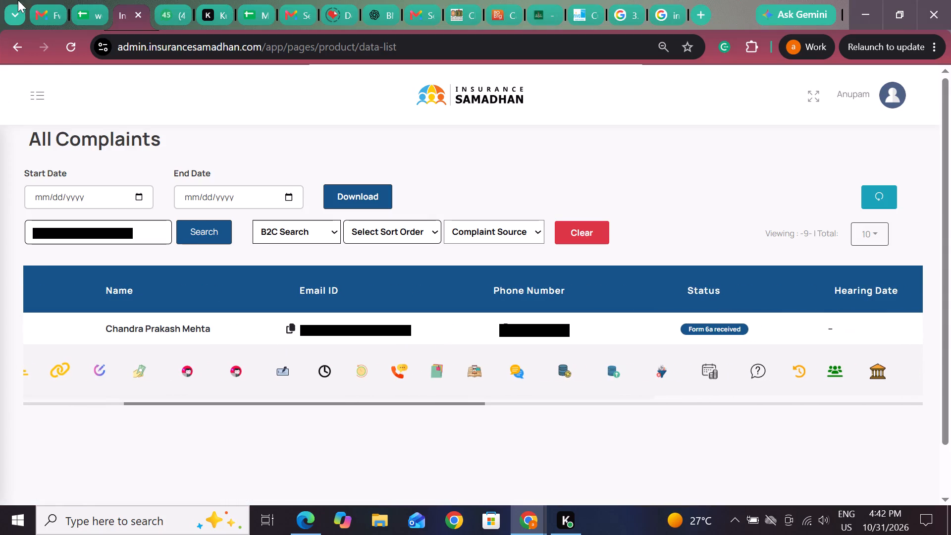
{"action": "left_click", "coordinate": [54, 6]}
{"action": "scroll", "coordinate": [311, 252], "scroll_direction": "down", "scroll_amount": 9}
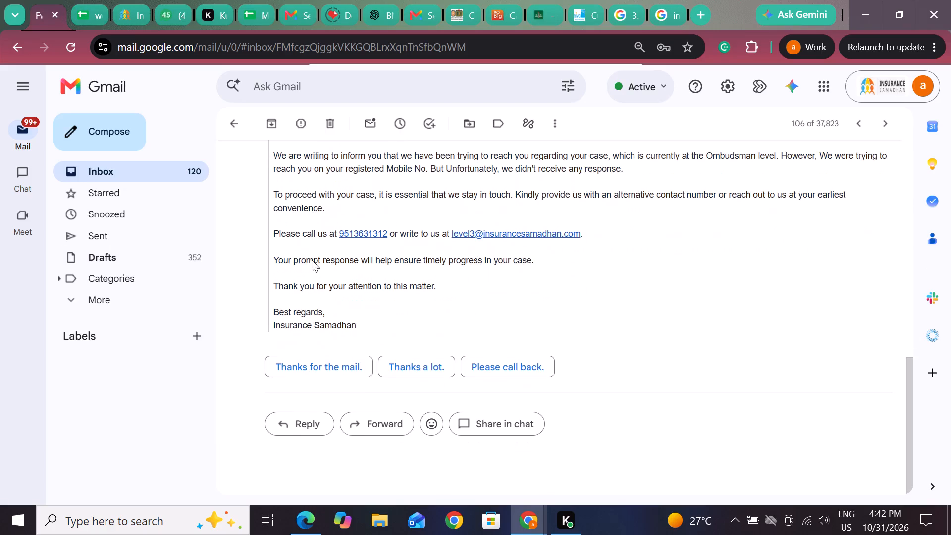
Look through the communication list of the Care Health Insurance Ltd complaint in the complaints list.
{"action": "left_click", "coordinate": [148, 13]}
{"action": "left_click", "coordinate": [515, 372]}
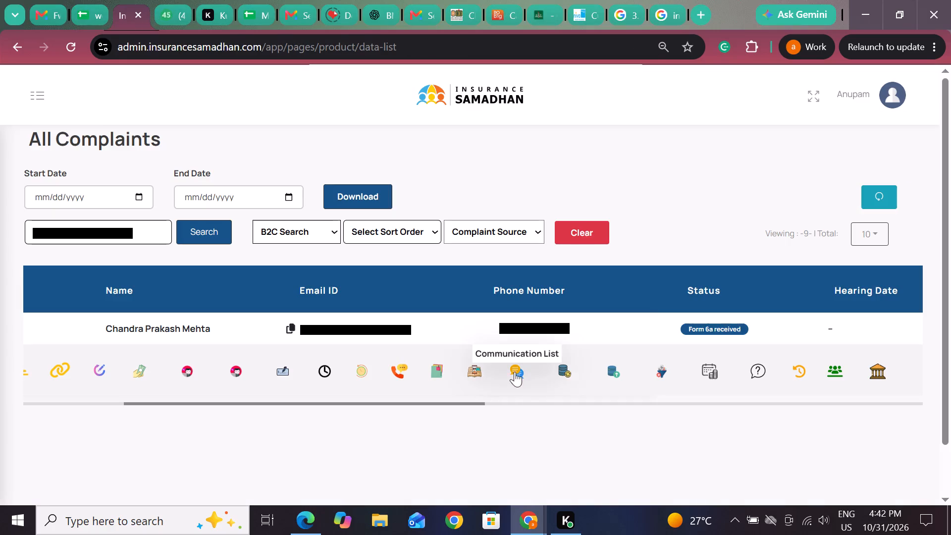
{"action": "scroll", "coordinate": [377, 337], "scroll_direction": "up", "scroll_amount": 10}
{"action": "left_click", "coordinate": [321, 114]}
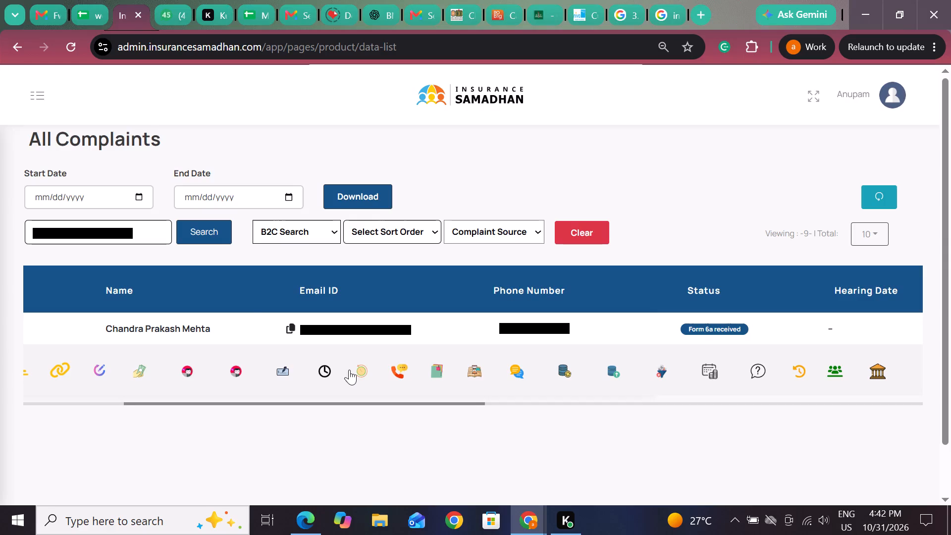
Open the Care Health Insurance Ltd complaint's details and view its Ombudsman section.
{"action": "scroll", "coordinate": [227, 307], "scroll_direction": "right", "scroll_amount": 3}
{"action": "left_click", "coordinate": [189, 328]}
{"action": "scroll", "coordinate": [372, 283], "scroll_direction": "up", "scroll_amount": 4}
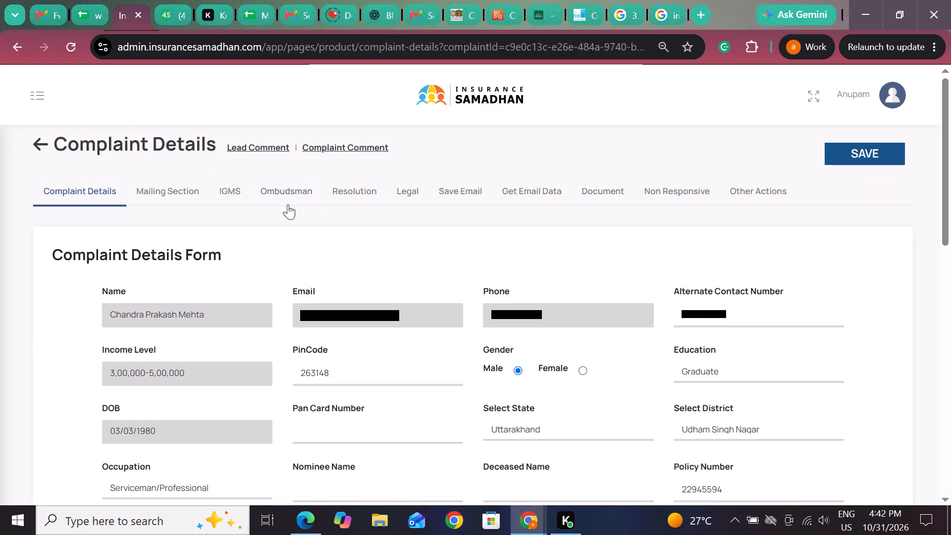
{"action": "left_click", "coordinate": [279, 192]}
Review the complaint comments in the communication log, including the most recent entries, and close the log.
{"action": "left_click", "coordinate": [346, 149]}
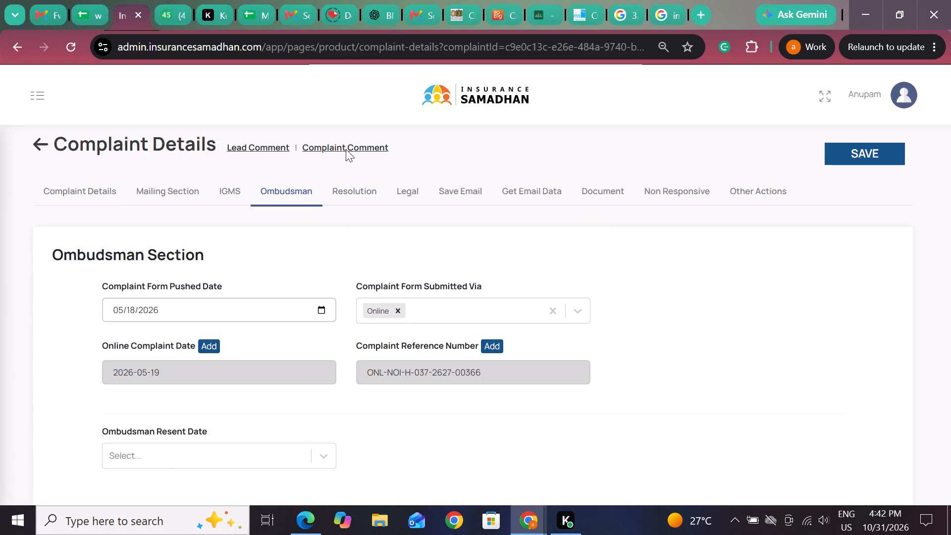
{"action": "scroll", "coordinate": [480, 328], "scroll_direction": "down", "scroll_amount": 14}
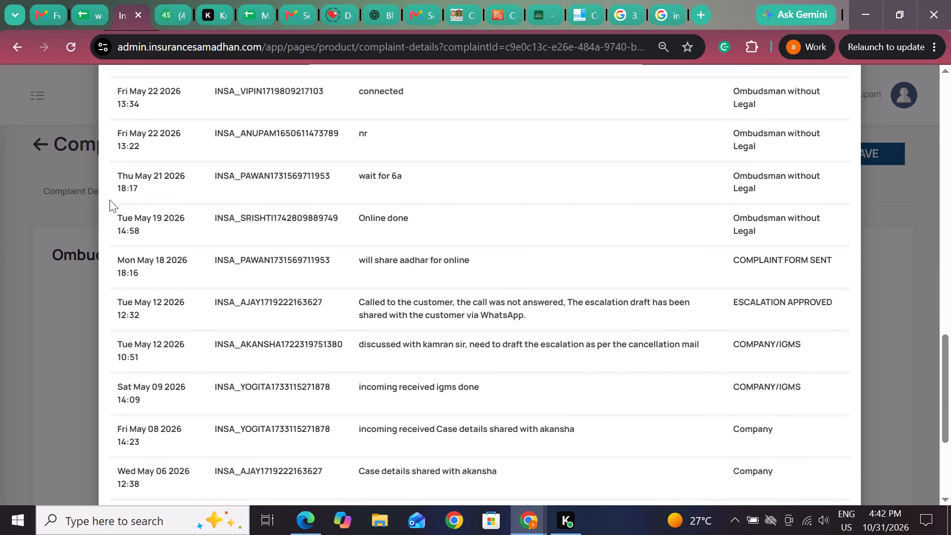
{"action": "scroll", "coordinate": [36, 101], "scroll_direction": "up", "scroll_amount": 6}
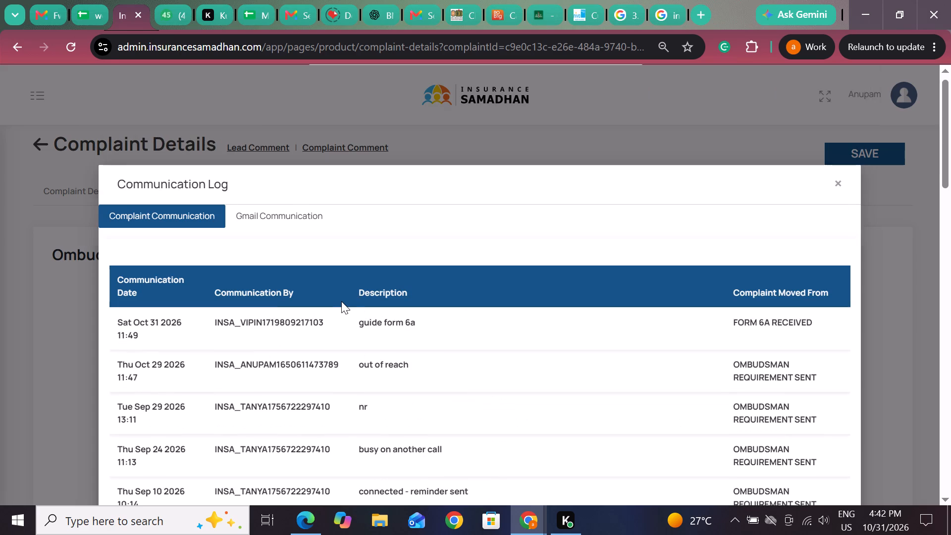
{"action": "scroll", "coordinate": [342, 300], "scroll_direction": "up", "scroll_amount": 5}
{"action": "left_click", "coordinate": [258, 111]}
{"action": "left_click", "coordinate": [90, 24]}
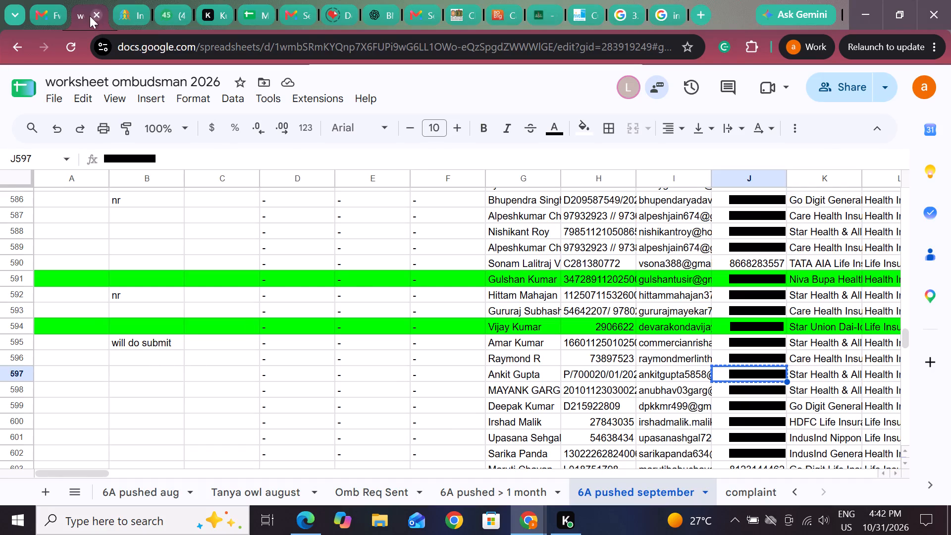
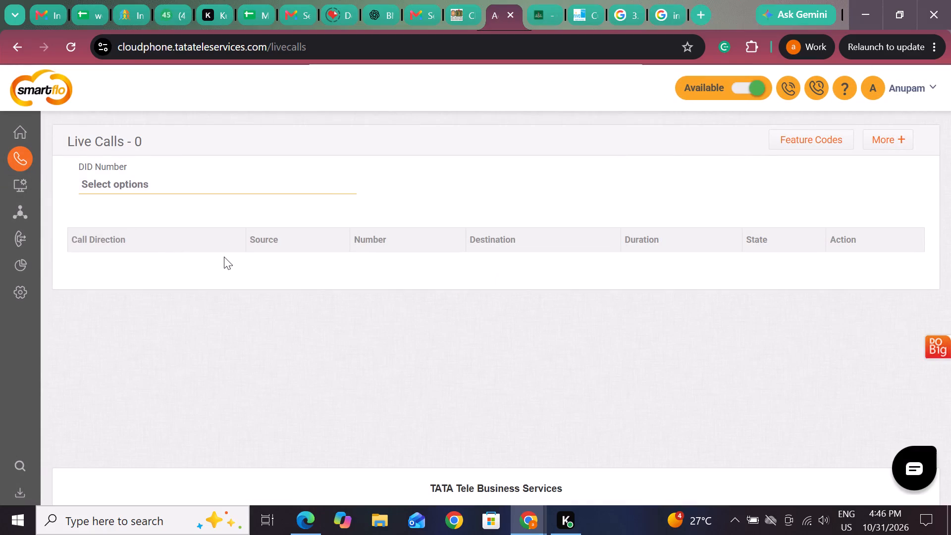
Copy the source phone number of the answered incoming call in the Smartflo live calls list.
{"action": "triple_click", "coordinate": [202, 274]}
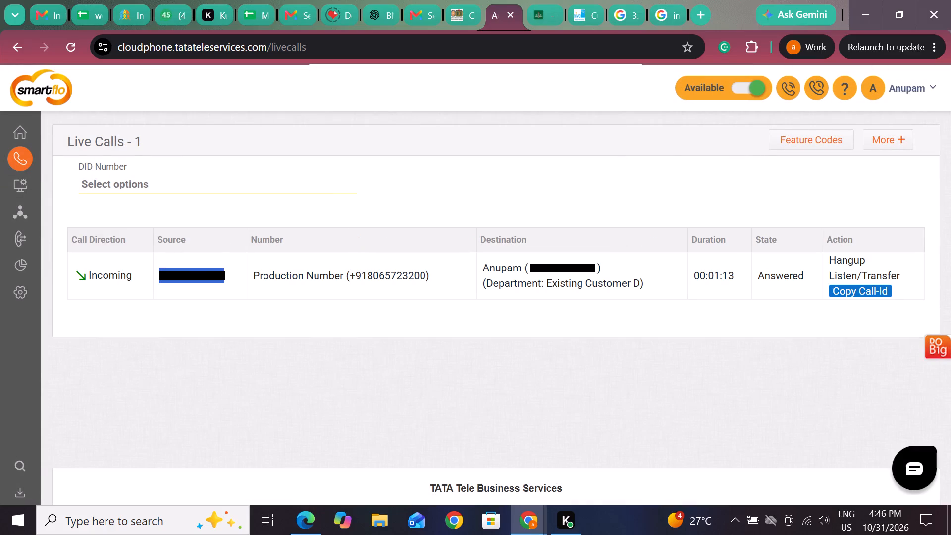
{"action": "key", "text": "ctrl+c"}
{"action": "key", "text": "ctrl+c"}
{"action": "key", "text": "ctrl+c"}
In the Insurance Samadhan portal, return to All Complaints and search for the copied caller number without its first two characters.
{"action": "left_click", "coordinate": [129, 20]}
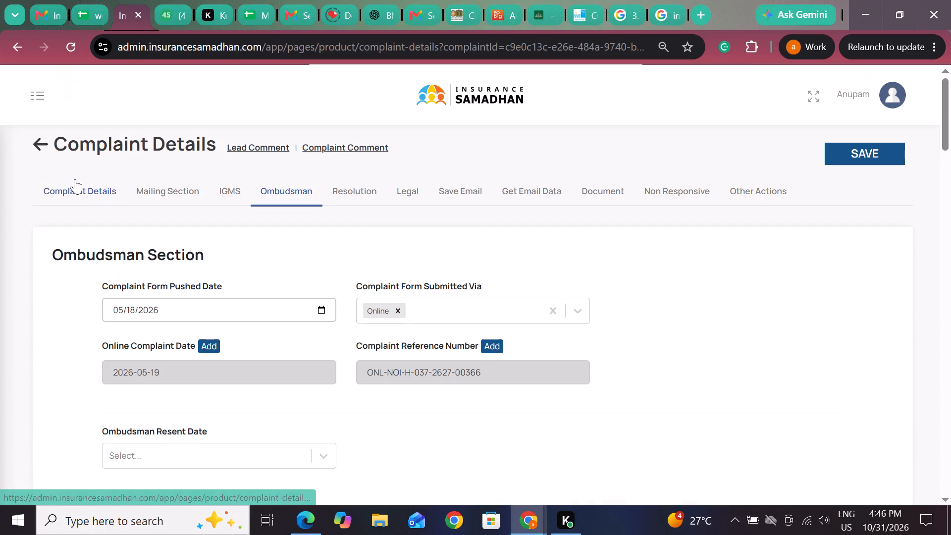
{"action": "left_click", "coordinate": [37, 140]}
{"action": "triple_click", "coordinate": [106, 221], "text": "ctrl"}
{"action": "key", "text": "ctrl+v"}
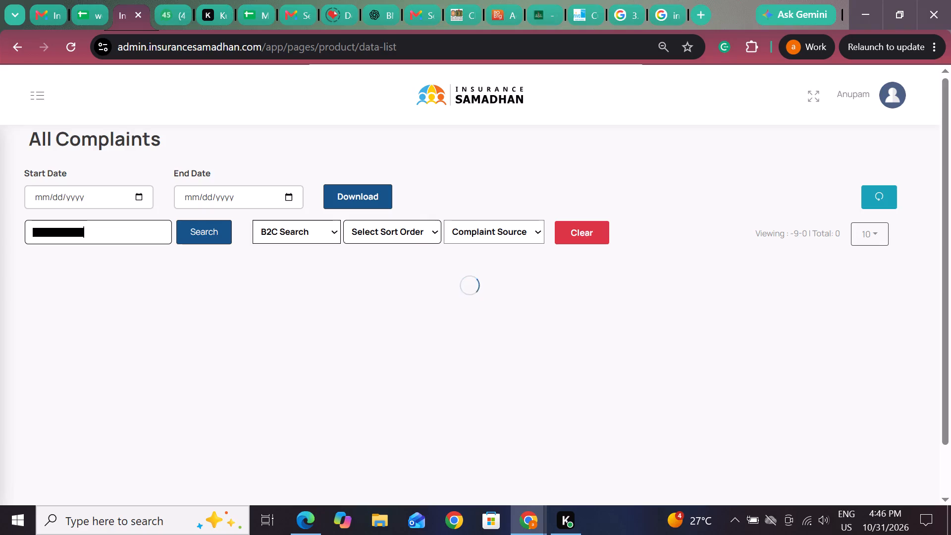
{"action": "left_click", "coordinate": [38, 224]}
{"action": "key", "text": "BackSpace"}
{"action": "key", "text": "BackSpace"}
{"action": "left_click", "coordinate": [196, 231]}
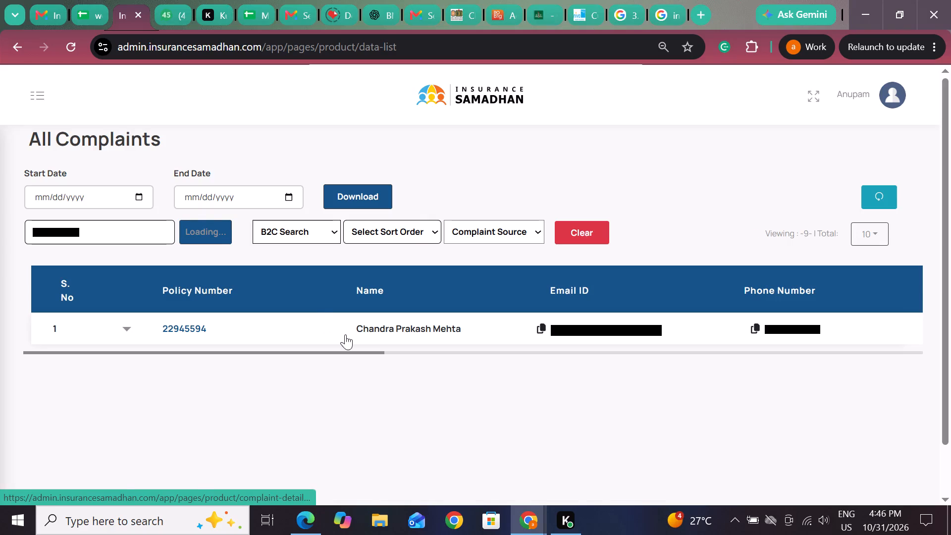
Copy the email ID from the first matching complaint, the one marked Ombudsman without legal, and switch to the Gmail search results.
{"action": "scroll", "coordinate": [347, 334], "scroll_direction": "left", "scroll_amount": 2}
{"action": "scroll", "coordinate": [347, 334], "scroll_direction": "down", "scroll_amount": 6}
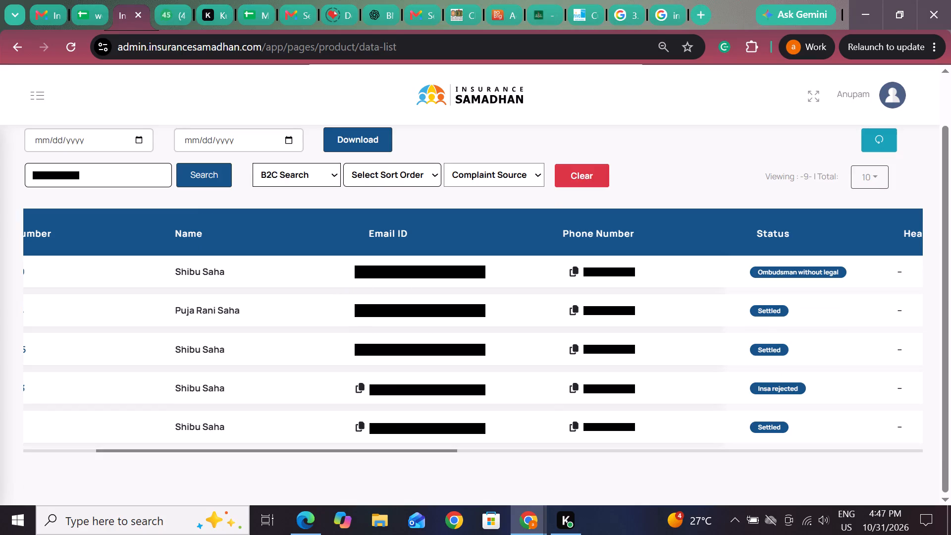
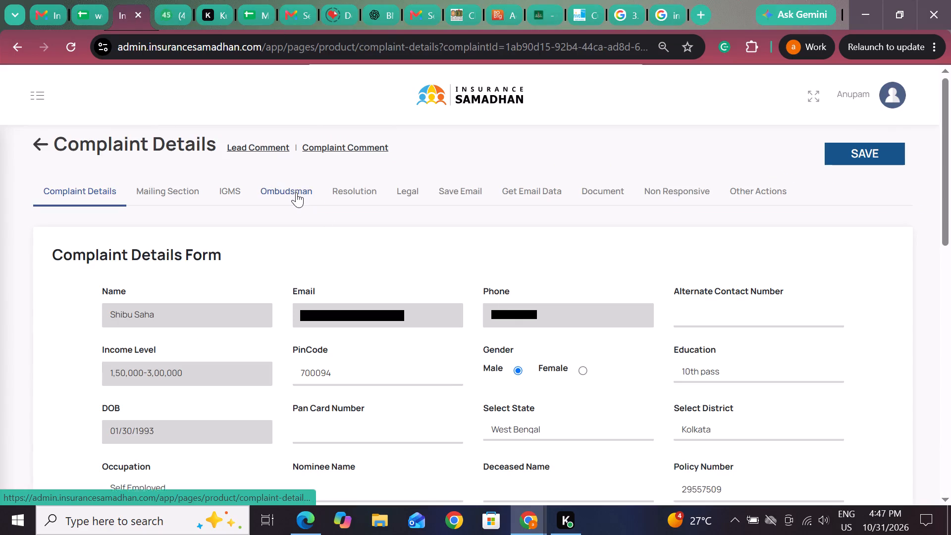
Dismiss the browser's save-address prompt covering the Ombudsman section of the caller's complaint.
{"action": "scroll", "coordinate": [532, 291], "scroll_direction": "down", "scroll_amount": 6}
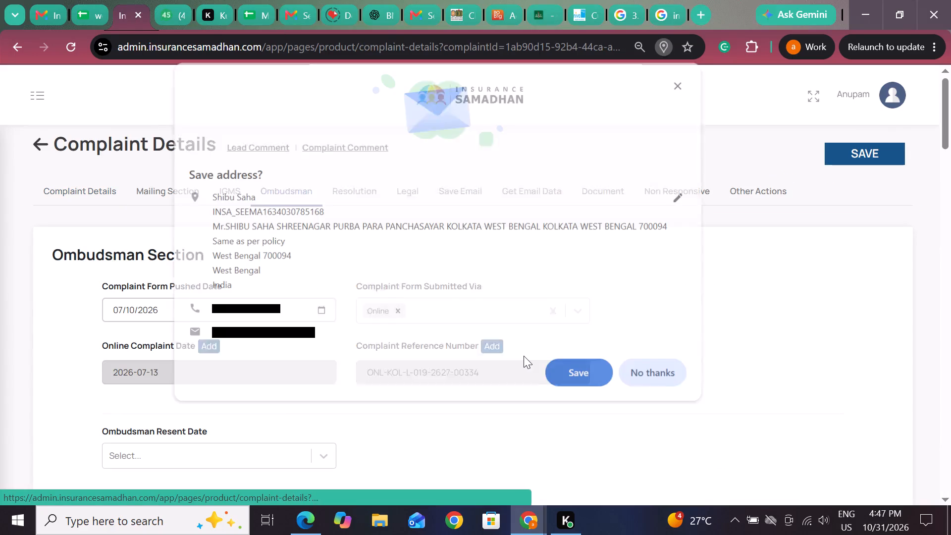
{"action": "left_click", "coordinate": [574, 382]}
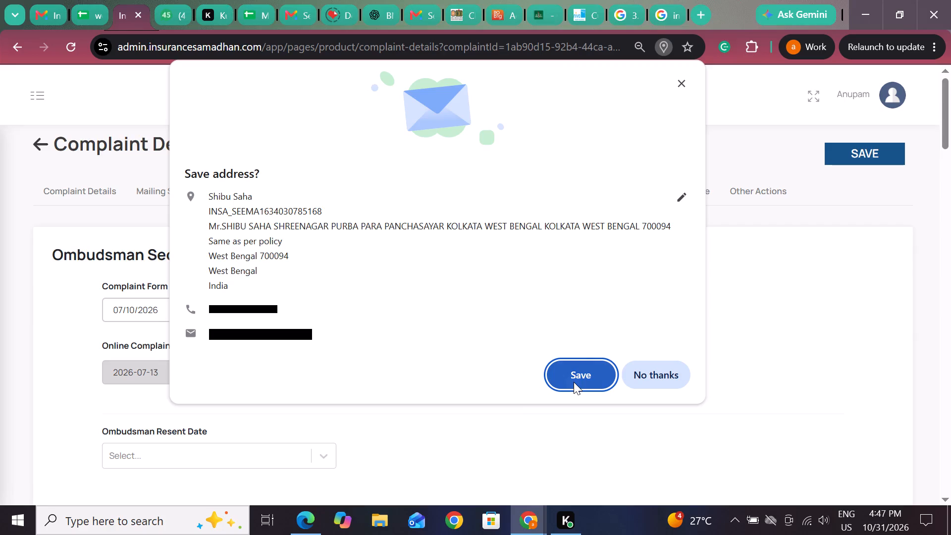
{"action": "left_click", "coordinate": [675, 84]}
{"action": "left_click", "coordinate": [679, 84]}
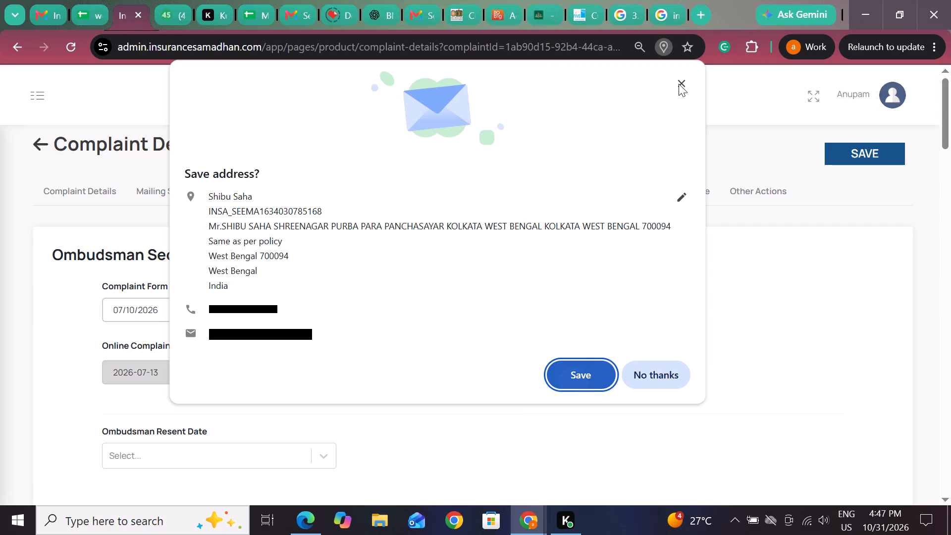
{"action": "left_click", "coordinate": [680, 84]}
{"action": "left_click", "coordinate": [682, 84]}
{"action": "left_click", "coordinate": [680, 82]}
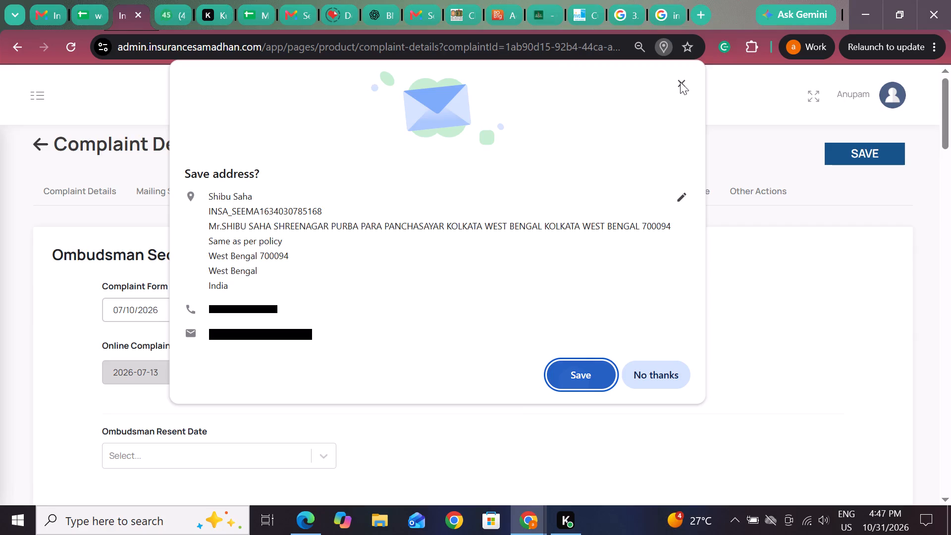
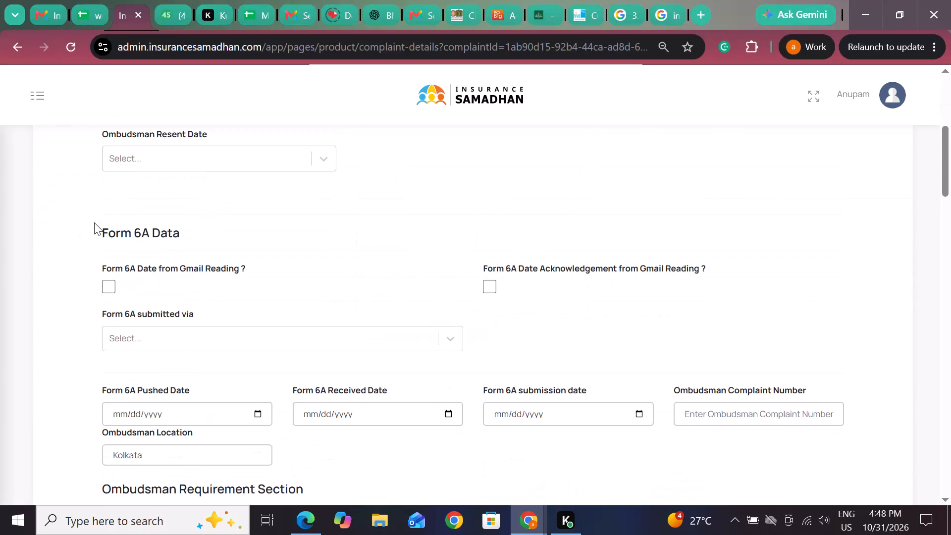
Review the complaint form submission details and reference number at the start of the complaint's Ombudsman section.
{"action": "scroll", "coordinate": [224, 250], "scroll_direction": "up", "scroll_amount": 5}
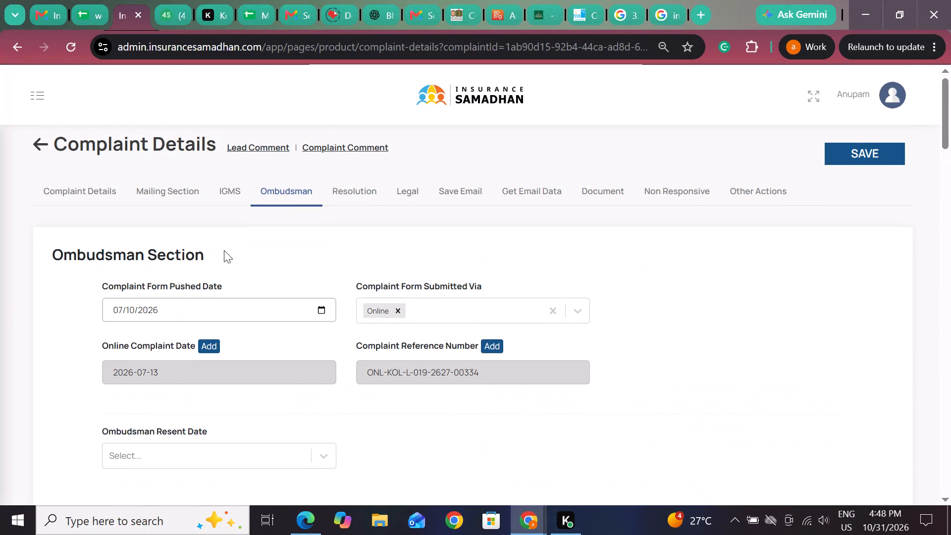
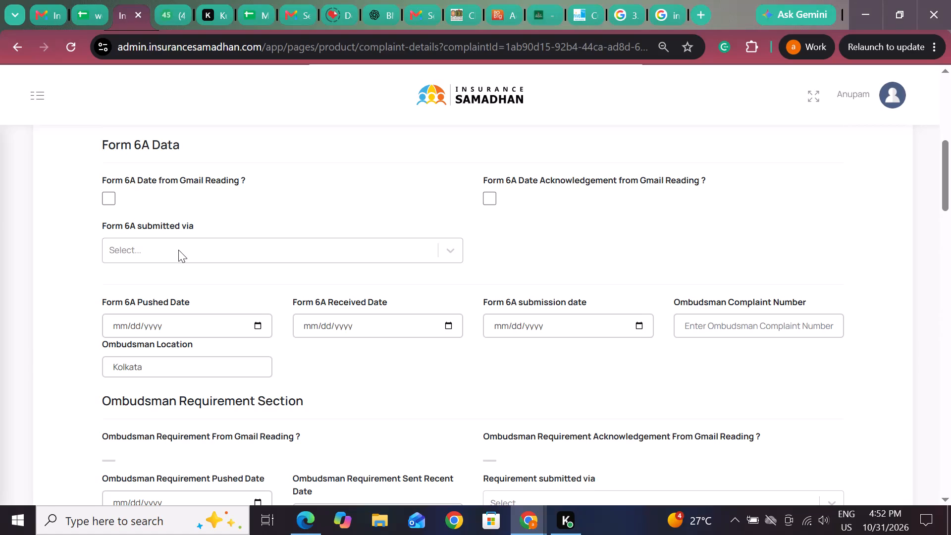
Review the complaint form submission details and Form 6A data in the complaint's Ombudsman section again.
{"action": "key", "text": "space"}
{"action": "scroll", "coordinate": [178, 250], "scroll_direction": "up", "scroll_amount": 6}
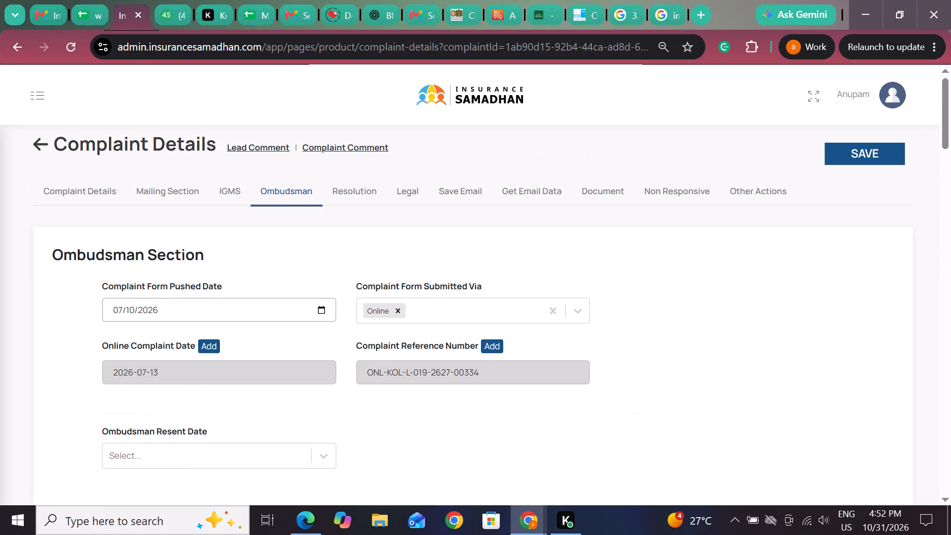
{"action": "scroll", "coordinate": [178, 250], "scroll_direction": "down", "scroll_amount": 1}
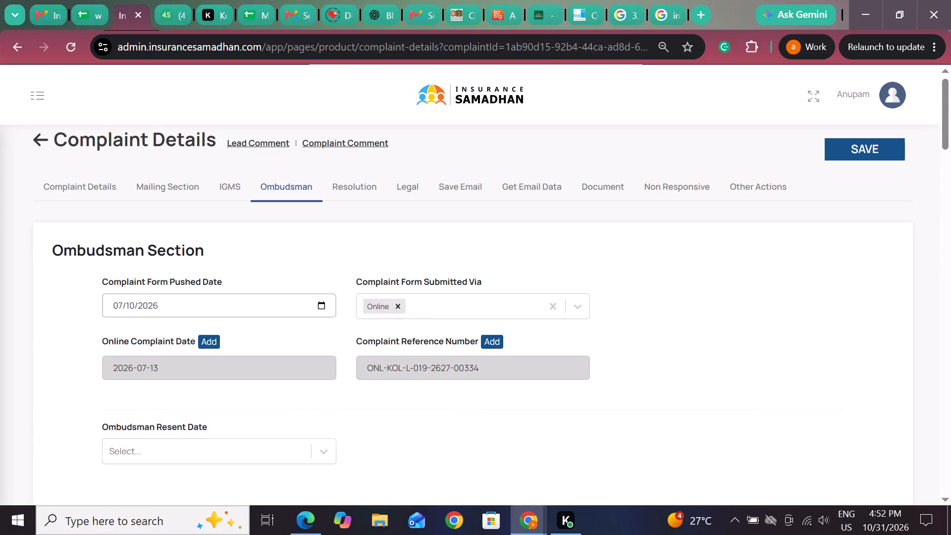
{"action": "scroll", "coordinate": [178, 250], "scroll_direction": "down", "scroll_amount": 1}
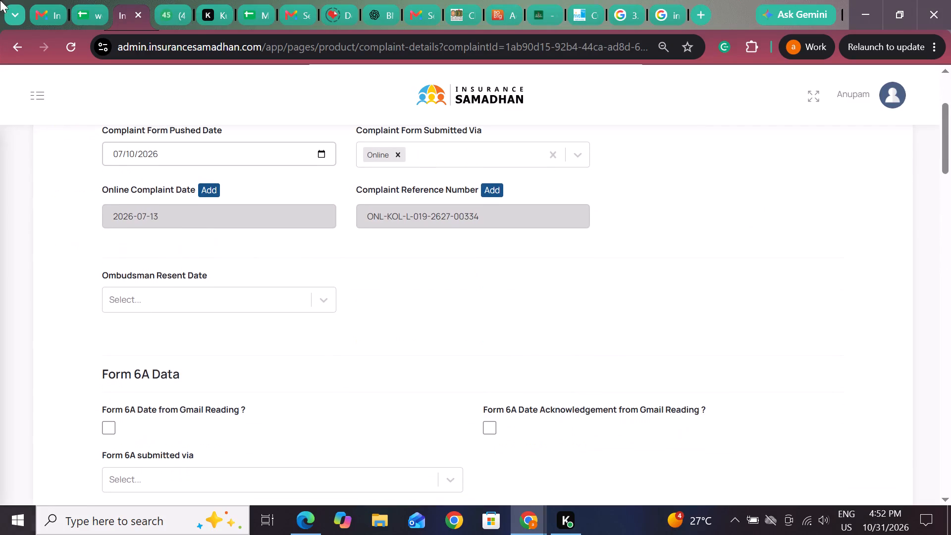
Leave the complaint for the All Complaints list and switch to the "worksheet ombudsman 2026" spreadsheet.
{"action": "scroll", "coordinate": [208, 173], "scroll_direction": "up", "scroll_amount": 6}
{"action": "left_click", "coordinate": [36, 140]}
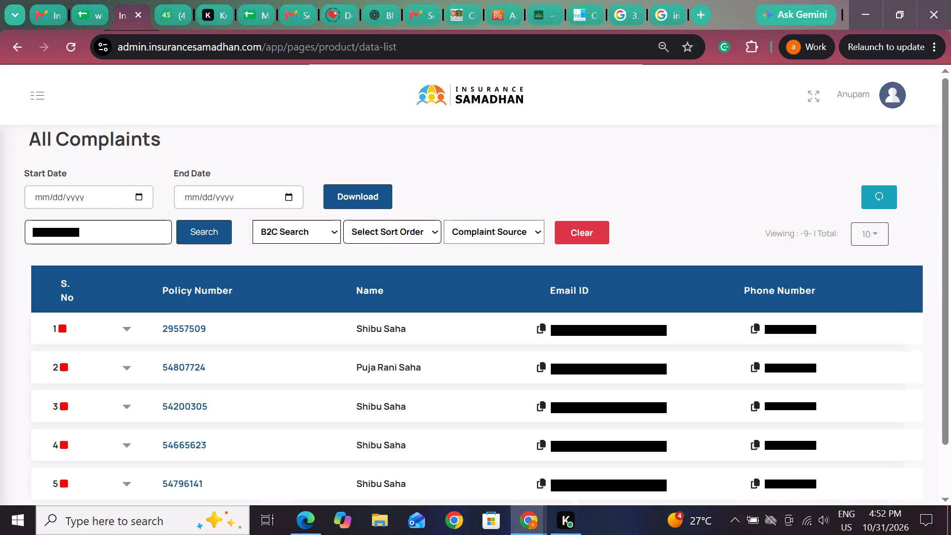
{"action": "left_click", "coordinate": [80, 11]}
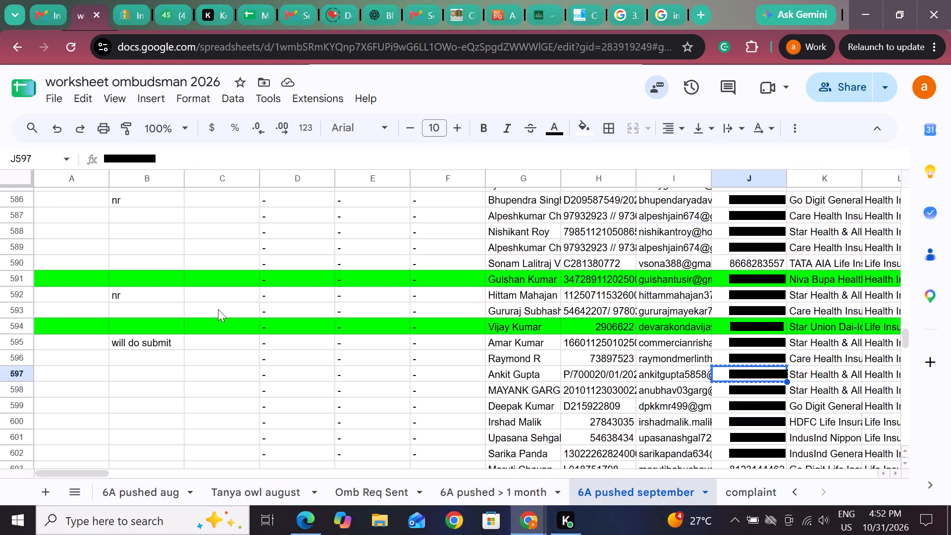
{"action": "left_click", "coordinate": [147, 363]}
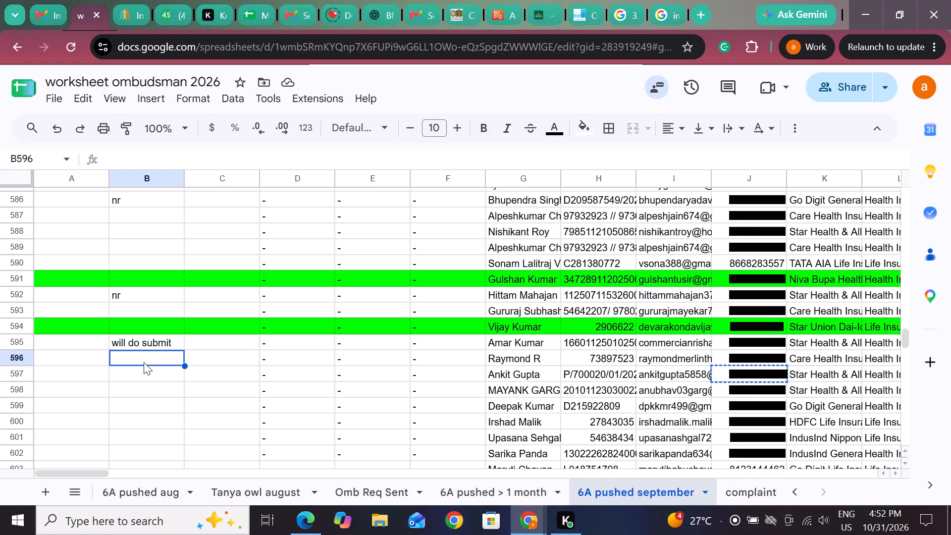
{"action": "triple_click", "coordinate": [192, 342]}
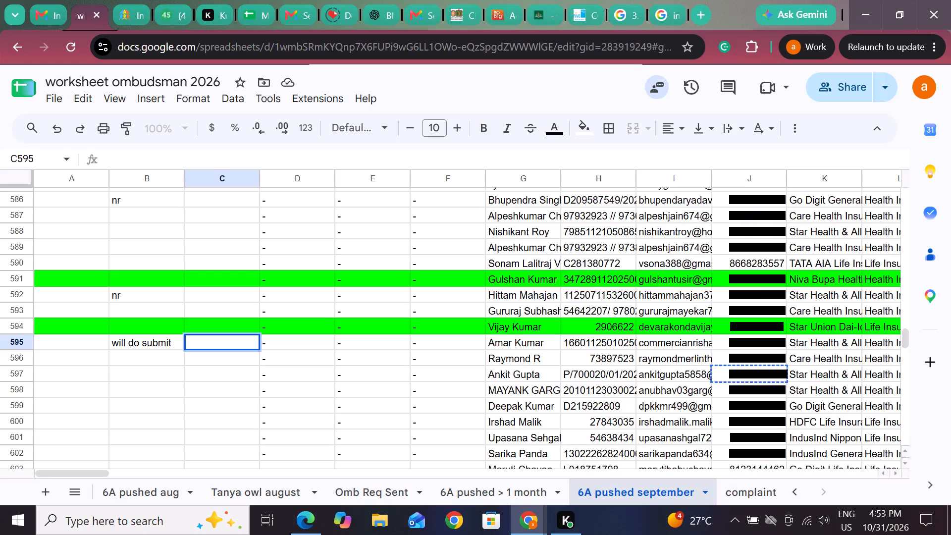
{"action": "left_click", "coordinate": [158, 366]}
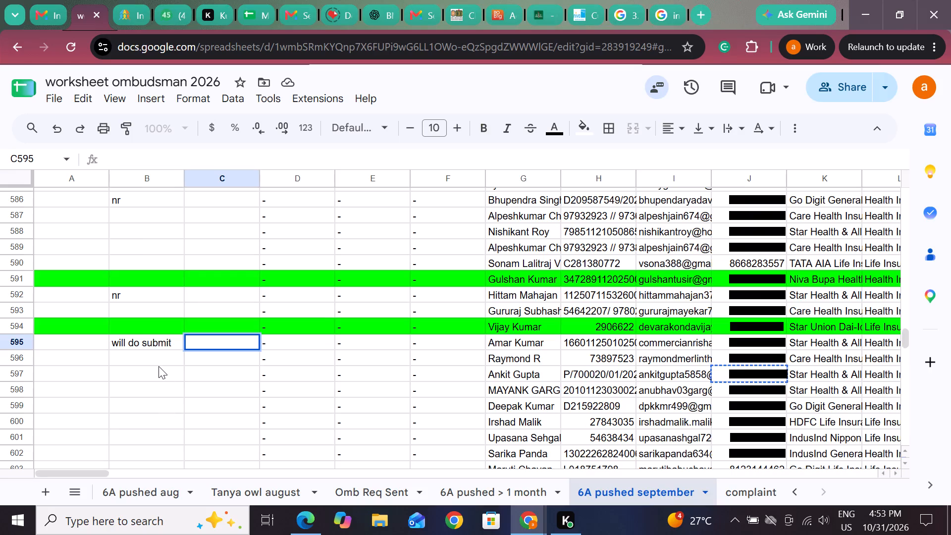
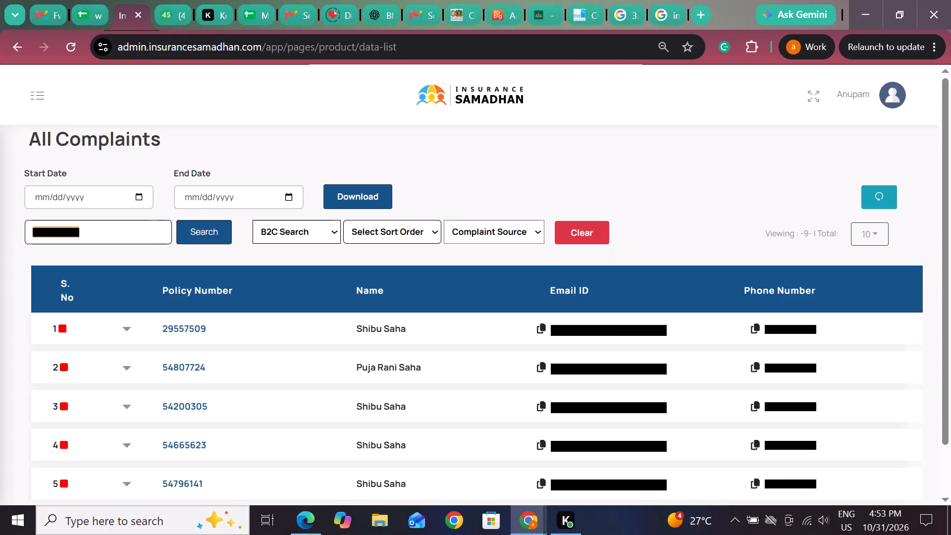
{"action": "key", "text": "ctrl+v"}
{"action": "left_click", "coordinate": [195, 232]}
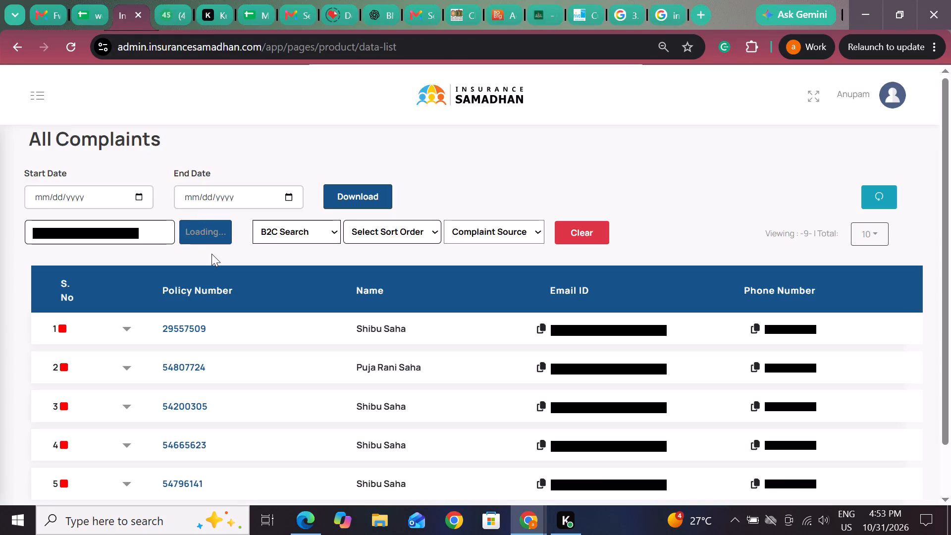
Copy the complainant's phone number from the matching Care Health Insurance complaint record.
{"action": "scroll", "coordinate": [358, 322], "scroll_direction": "left", "scroll_amount": 3}
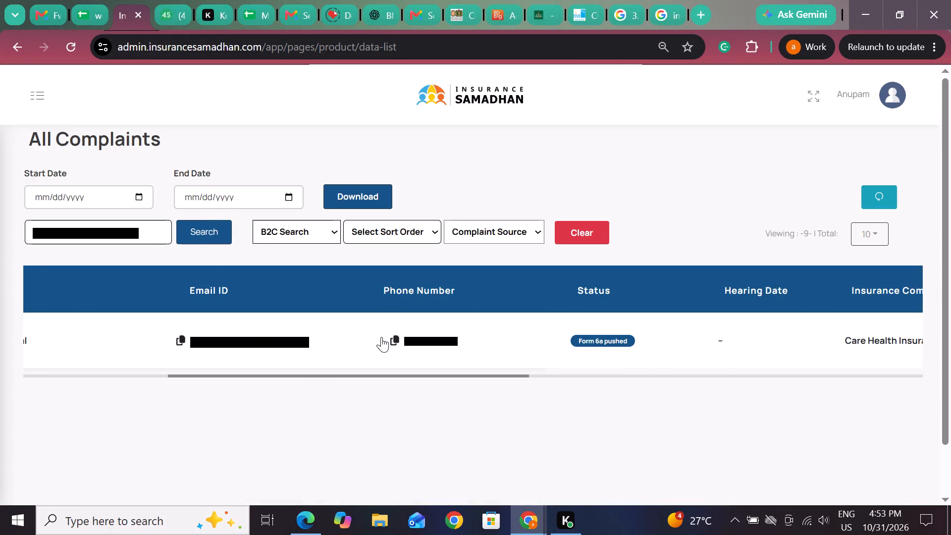
{"action": "left_click", "coordinate": [385, 343]}
{"action": "left_click", "coordinate": [395, 339]}
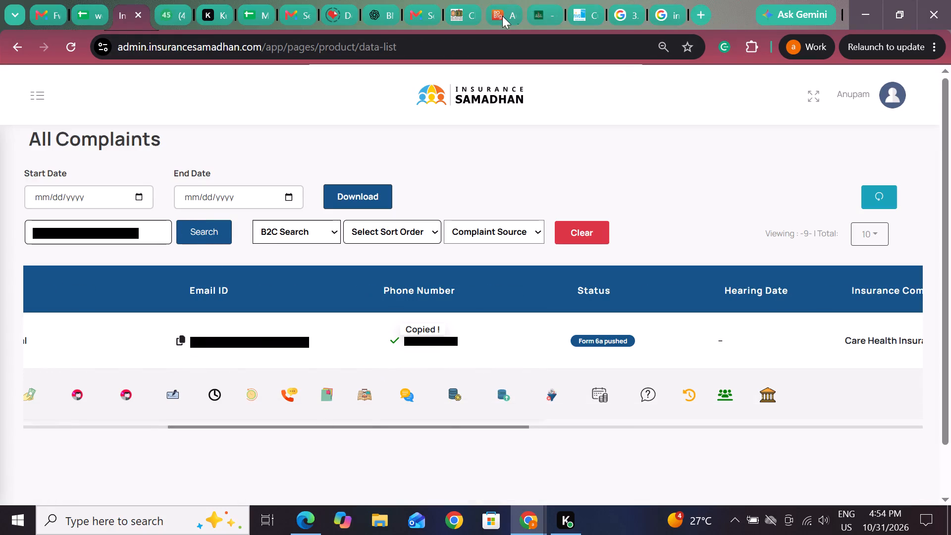
Switch to the Smartflo live calls page and call the complainant's copied phone number with the dialer.
{"action": "left_click", "coordinate": [502, 16]}
{"action": "left_click", "coordinate": [788, 83]}
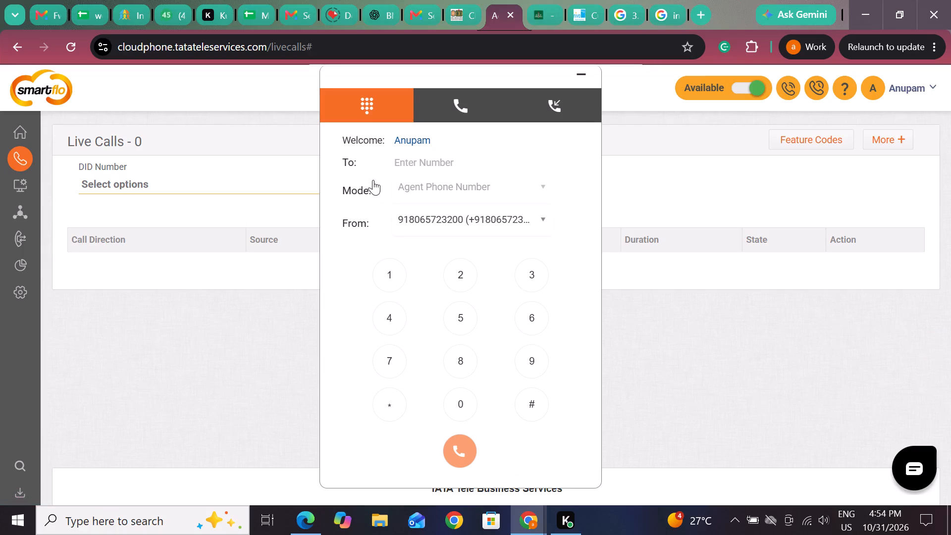
{"action": "left_click", "coordinate": [400, 167], "text": "ctrl"}
{"action": "key", "text": "ctrl+v"}
{"action": "left_click", "coordinate": [462, 449]}
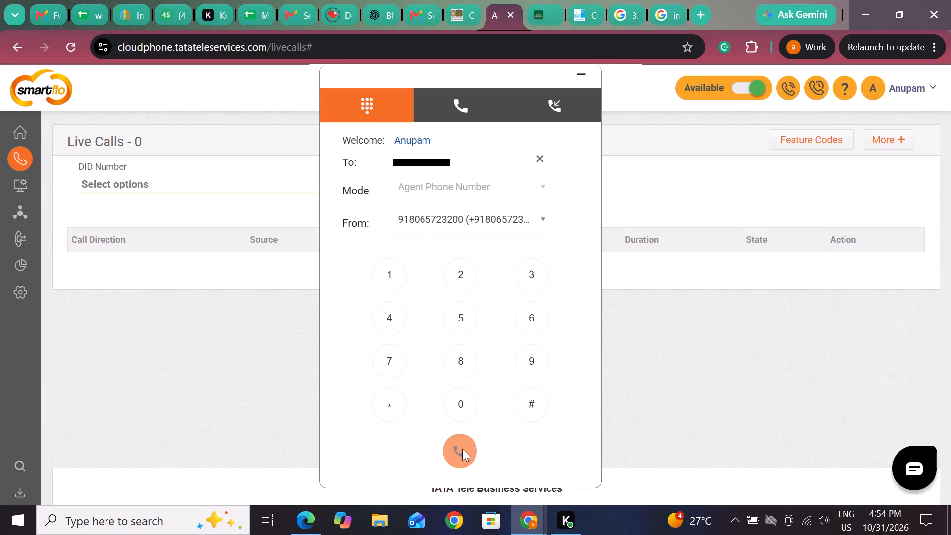